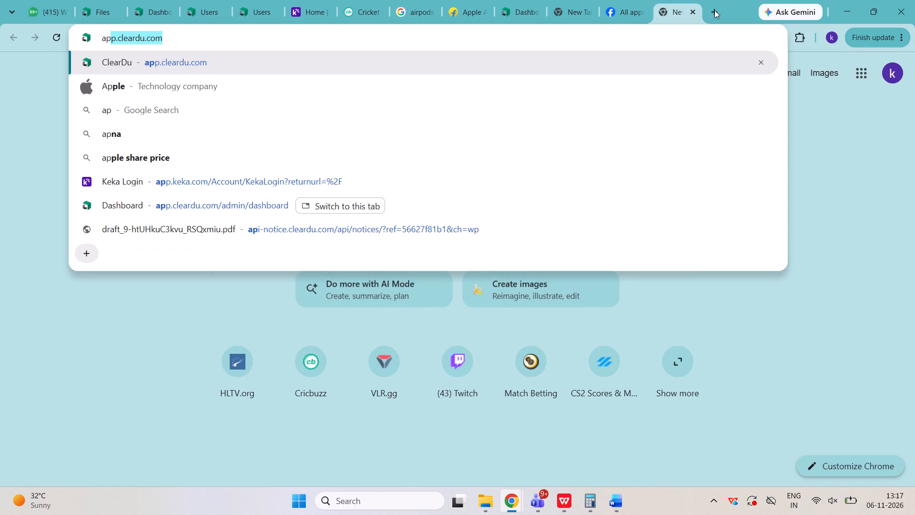
# Replace the address with notice.cleardu.com and load the site.
pyautogui.hotkey('ctrl', 'a')
pyautogui.write('not')
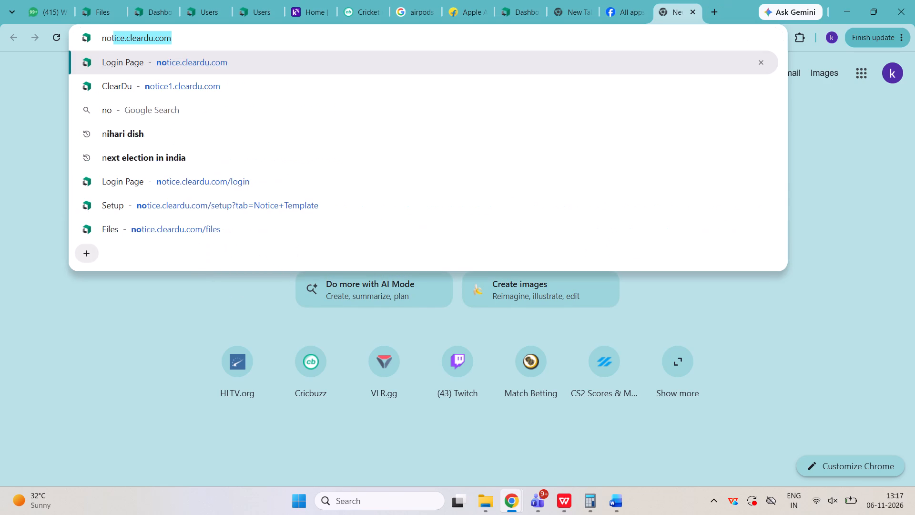
pyautogui.press('Return')
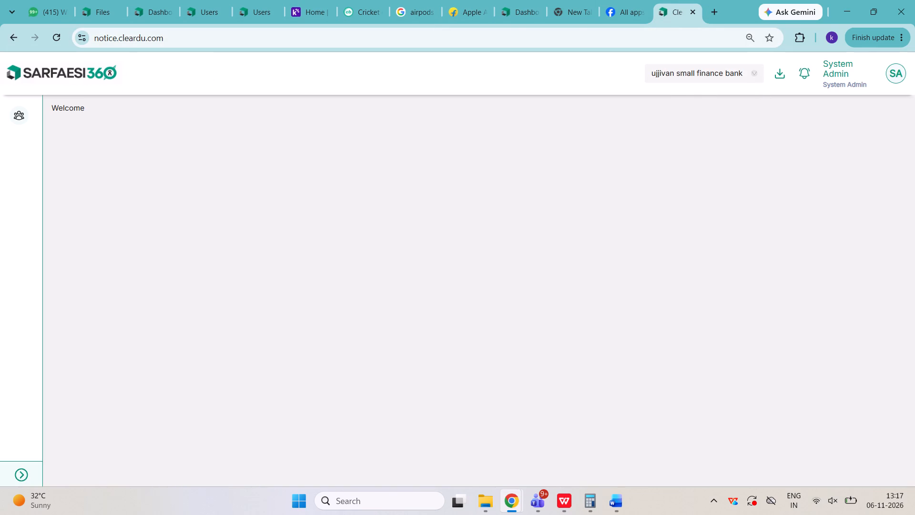
# Switch the active organisation from ujjivan small finance bank to Cleardu.
pyautogui.click(703, 76)
pyautogui.scroll(-4, 673, 143)
pyautogui.click(667, 208)
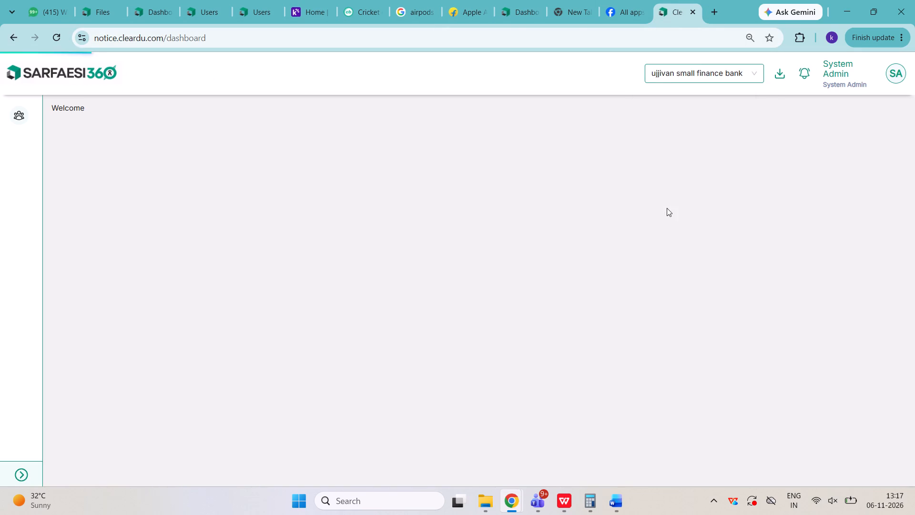
# Open the Files page for the Cleardu organisation.
pyautogui.click(28, 152)
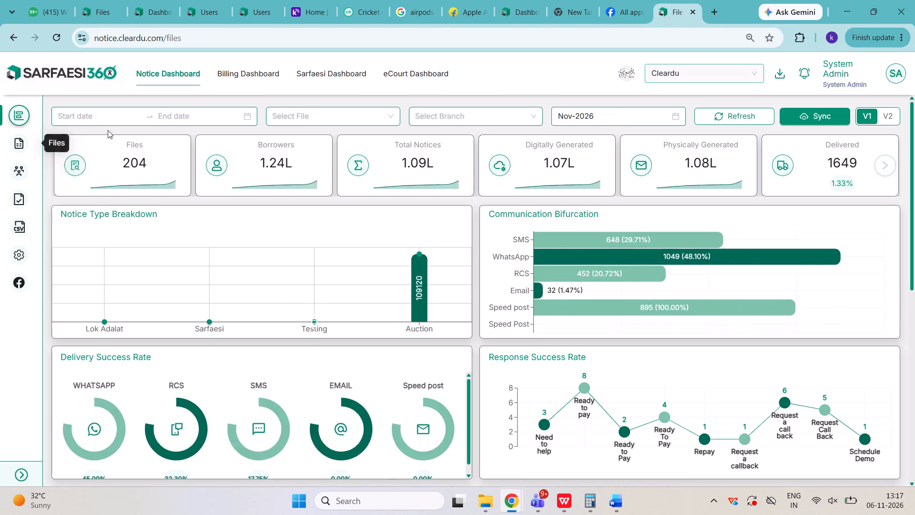
# Open the list of organisations from the borrower files page.
pyautogui.click(690, 73)
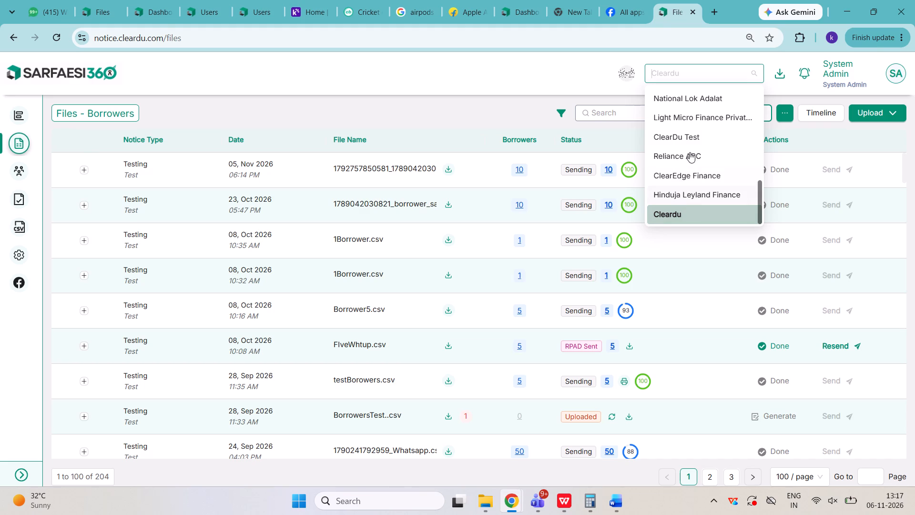
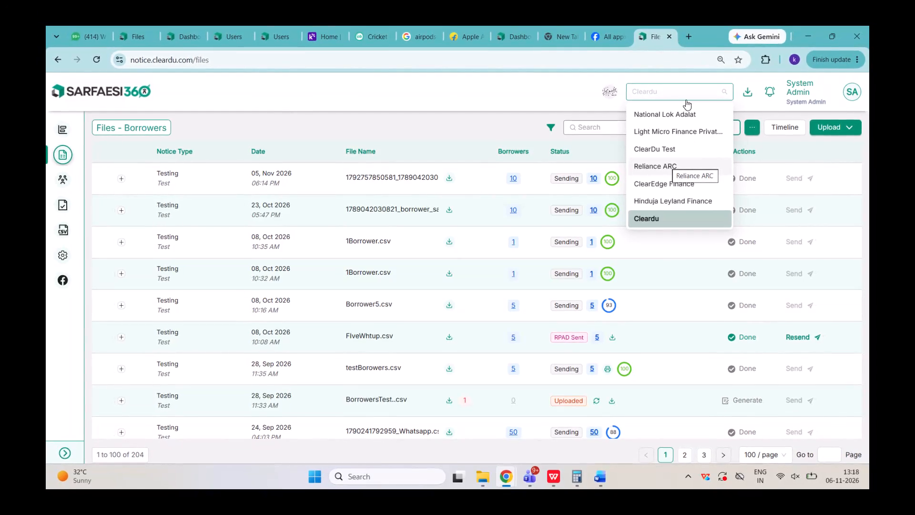
# Switch the active organisation from Cleardu to Hero Fincorp.
pyautogui.scroll(6, 687, 112)
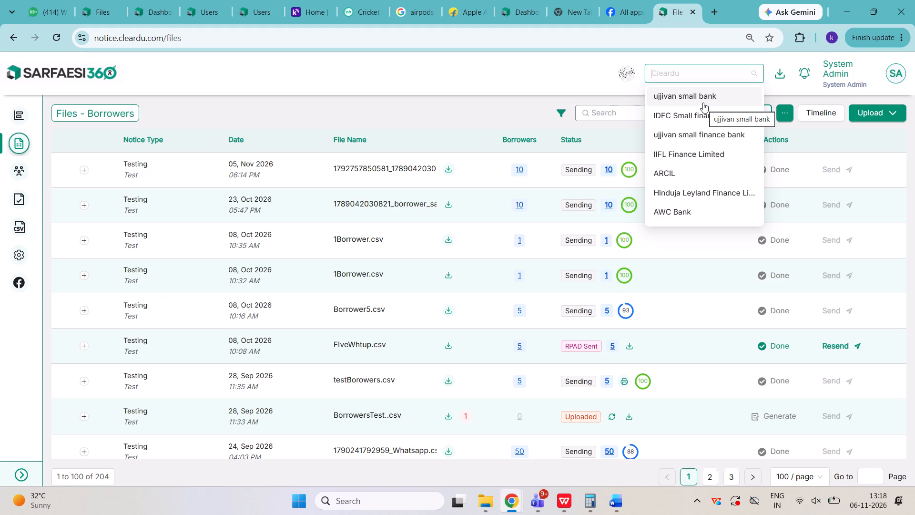
pyautogui.write('her')
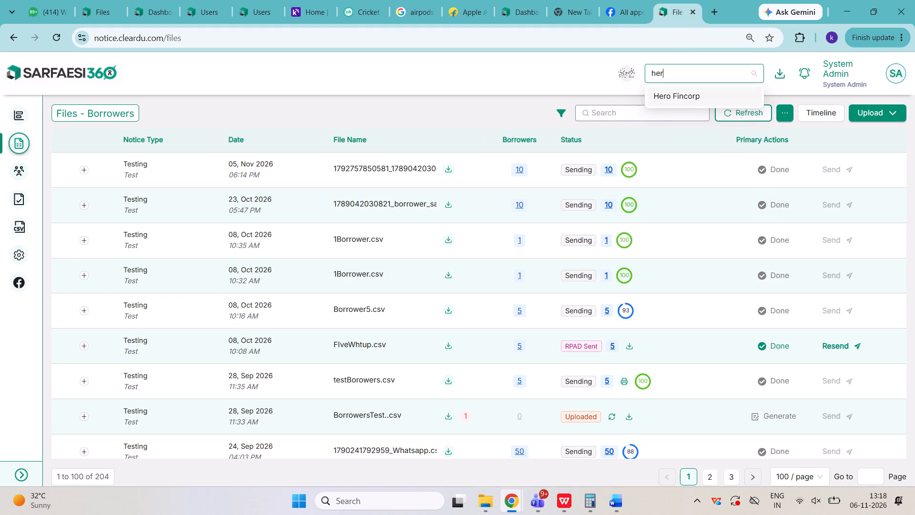
pyautogui.press('Return')
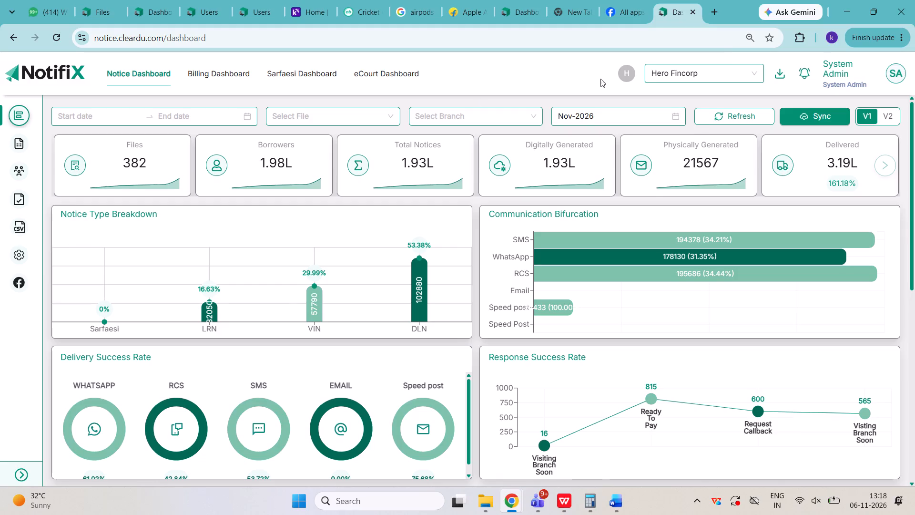
# Look through the list of available organisations from the Hero Fincorp dashboard and the Clients page.
pyautogui.click(715, 70)
pyautogui.click(684, 214)
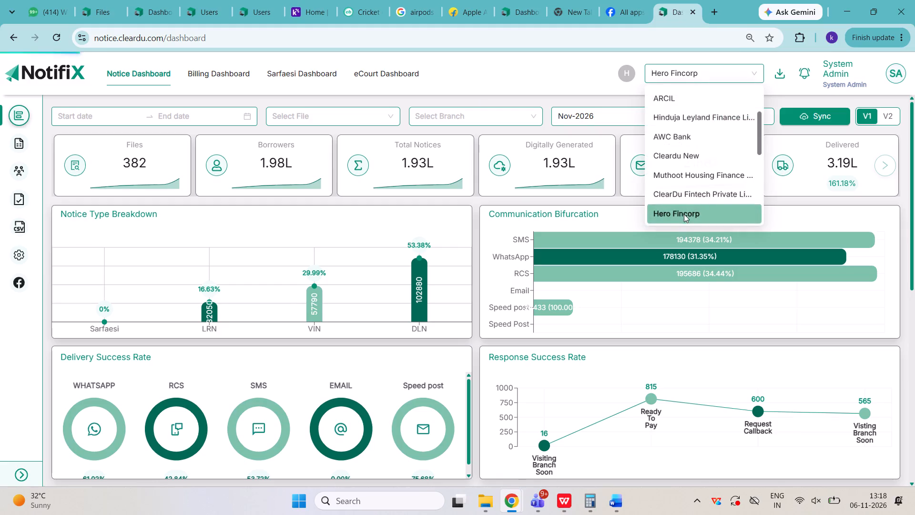
pyautogui.click(752, 72)
pyautogui.click(721, 74)
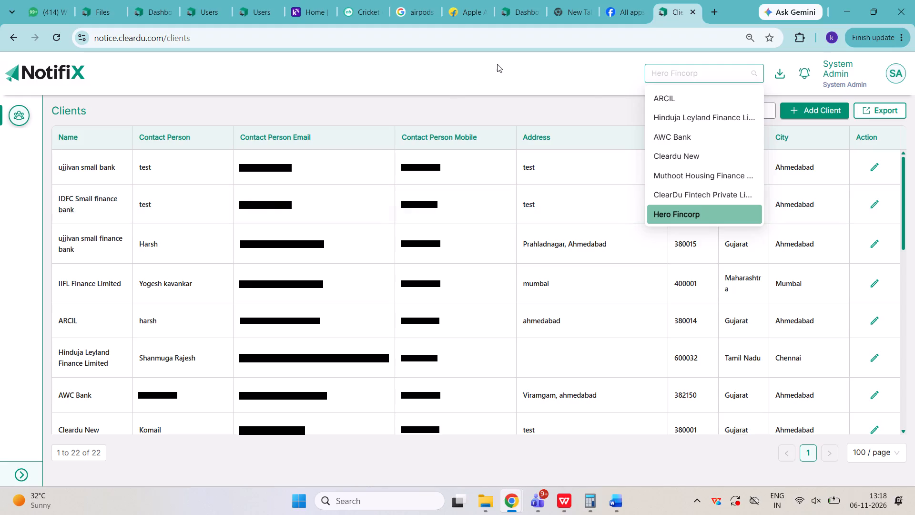
pyautogui.click(584, 88)
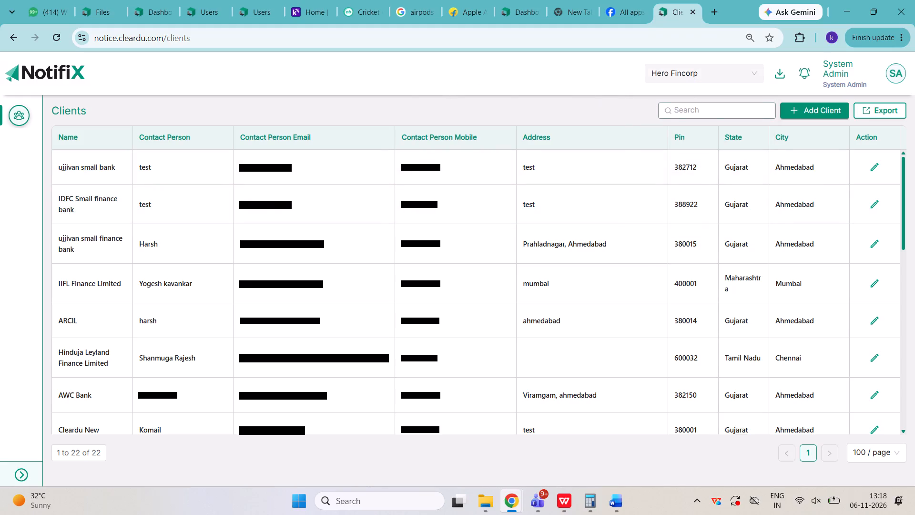
pyautogui.click(655, 82)
pyautogui.scroll(3, 673, 99)
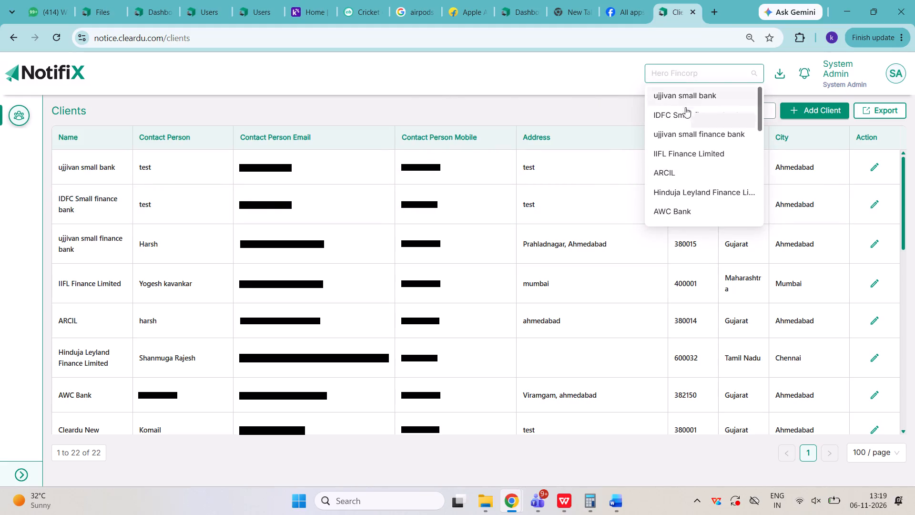
pyautogui.scroll(-6, 678, 154)
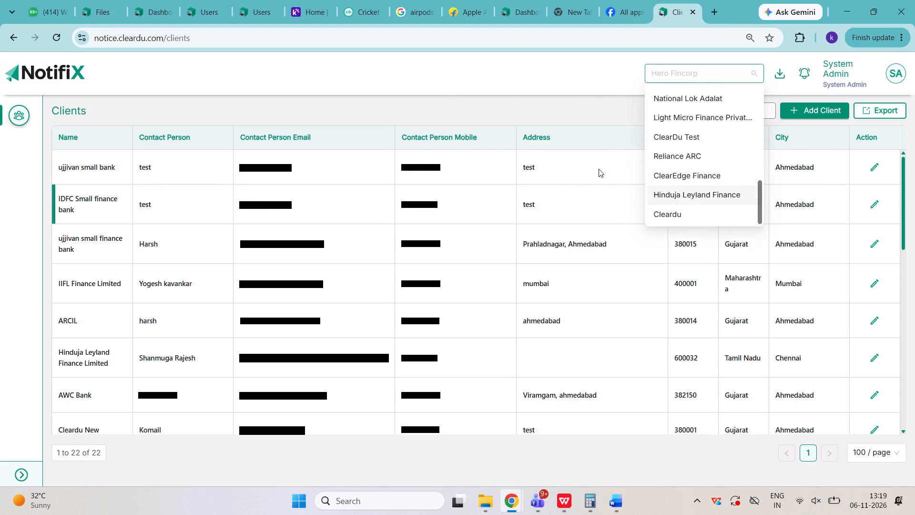
# Select Hero Fincorp as the active organisation and open its Files page.
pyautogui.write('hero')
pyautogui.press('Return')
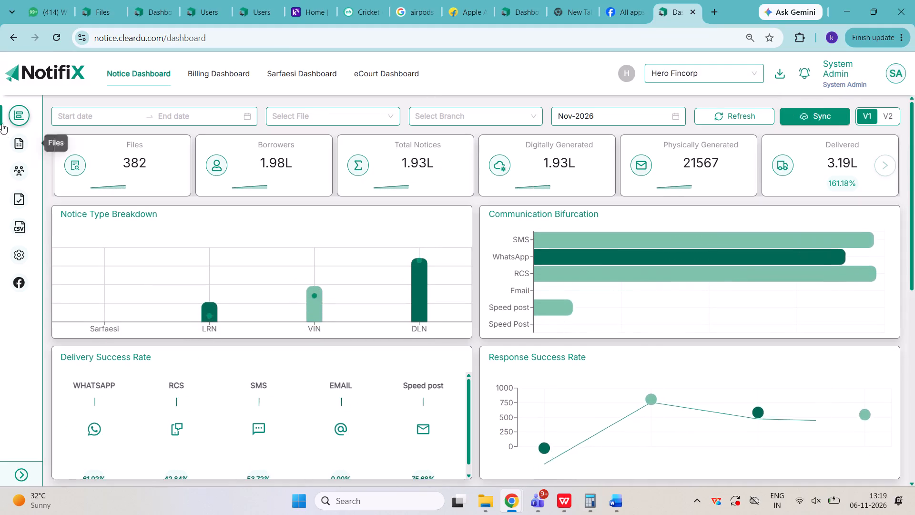
pyautogui.click(8, 130)
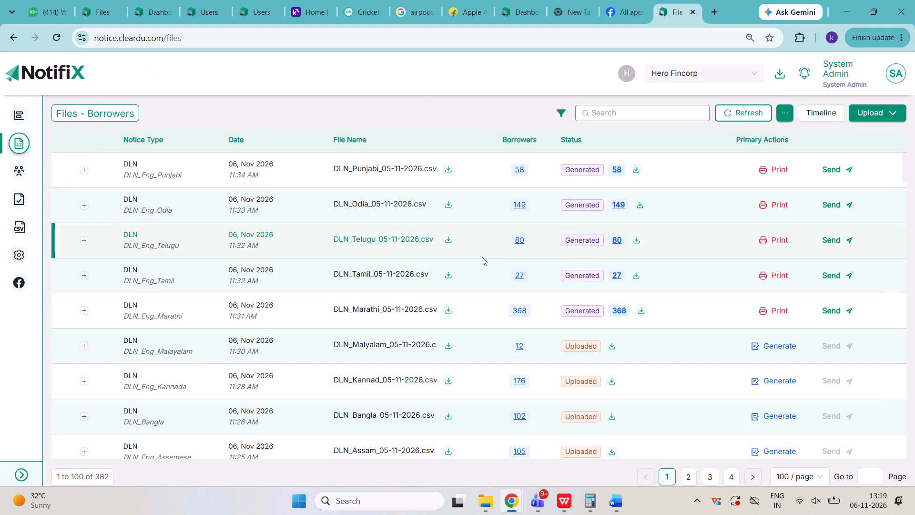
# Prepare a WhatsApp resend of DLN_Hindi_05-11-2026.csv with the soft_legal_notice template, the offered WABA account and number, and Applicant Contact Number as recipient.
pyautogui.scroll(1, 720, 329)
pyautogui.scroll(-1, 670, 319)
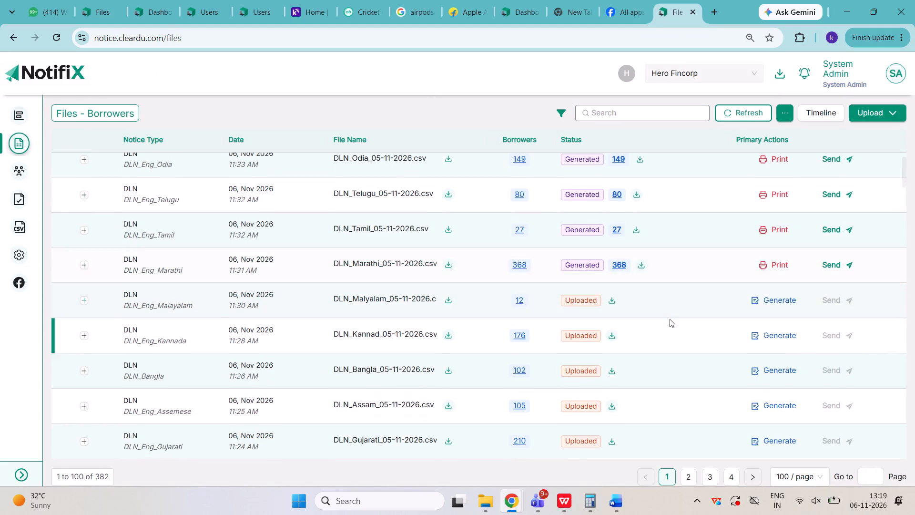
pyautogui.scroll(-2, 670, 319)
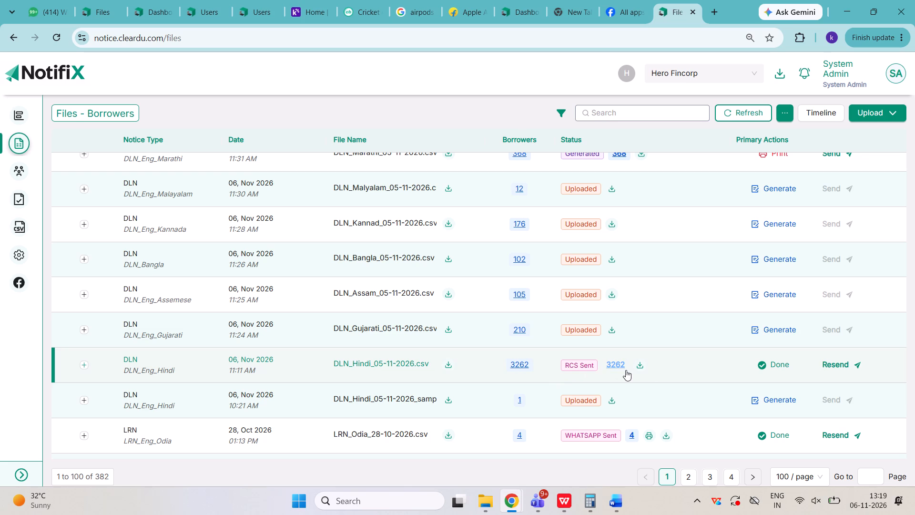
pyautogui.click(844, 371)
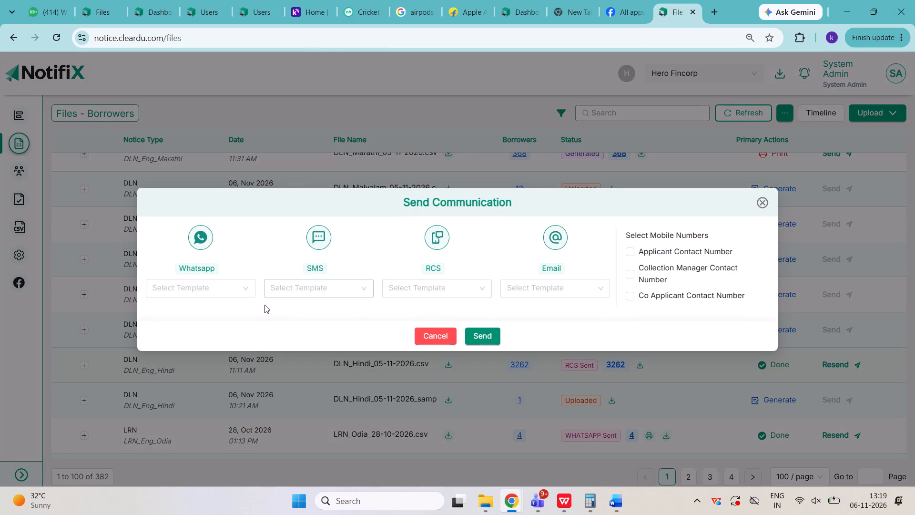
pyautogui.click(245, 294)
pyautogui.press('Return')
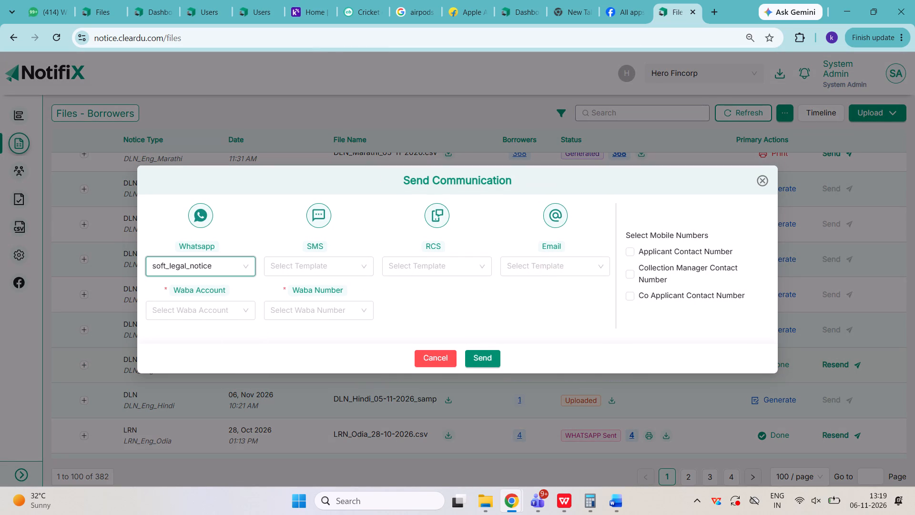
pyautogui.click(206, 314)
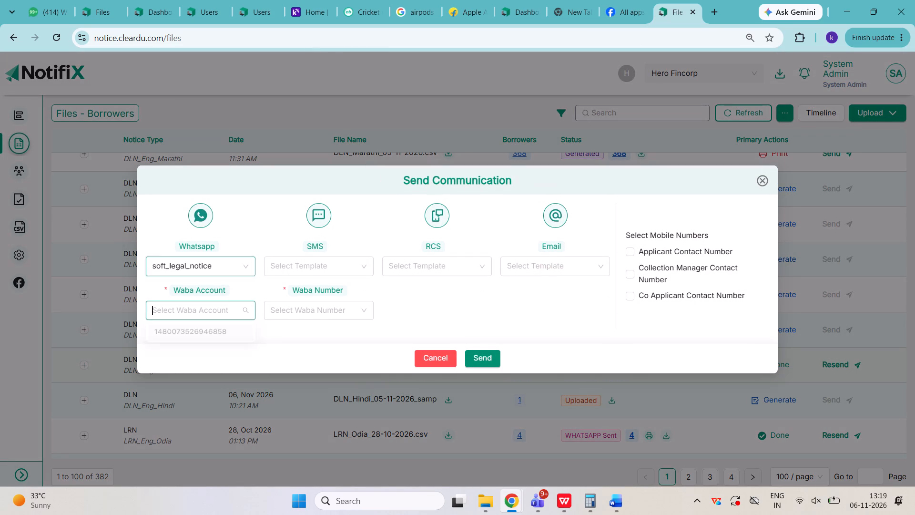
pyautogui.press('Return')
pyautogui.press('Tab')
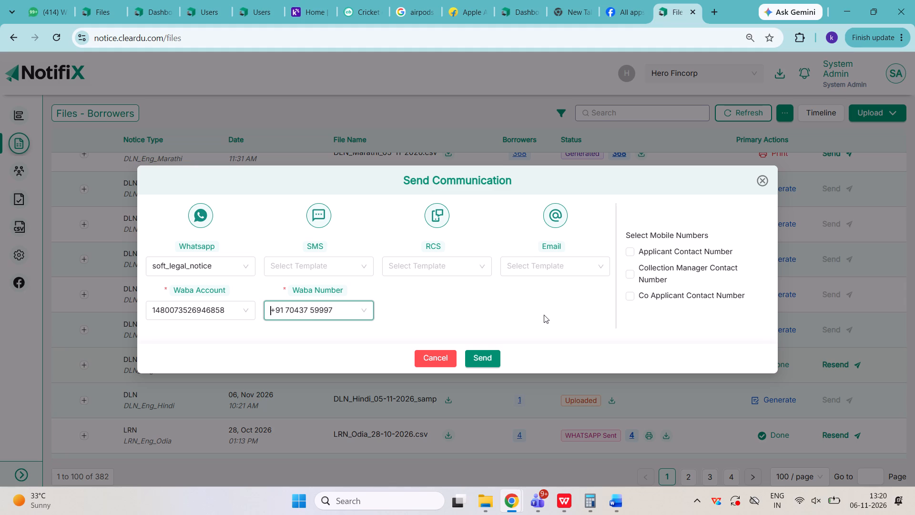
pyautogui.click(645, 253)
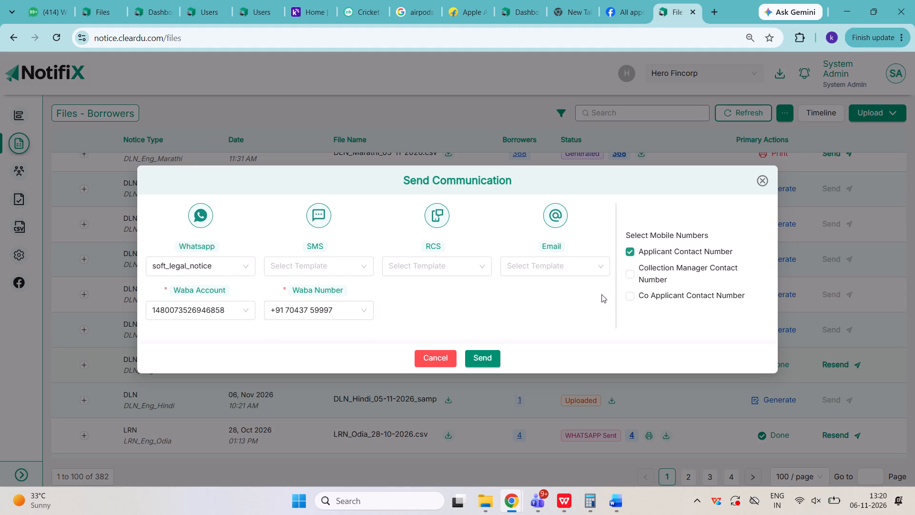
# Open the browser's developer tools on network activity and shrink their pane to show more of the files list.
pyautogui.rightClick(507, 314)
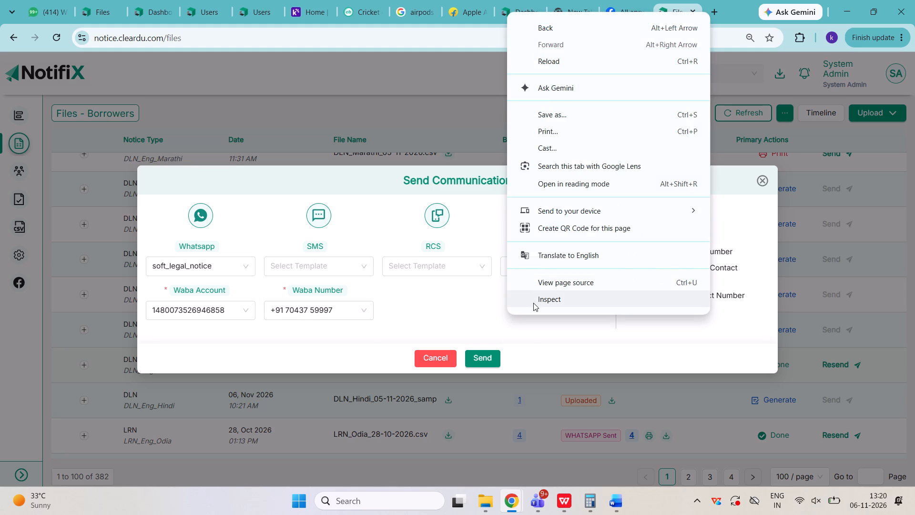
pyautogui.click(535, 303)
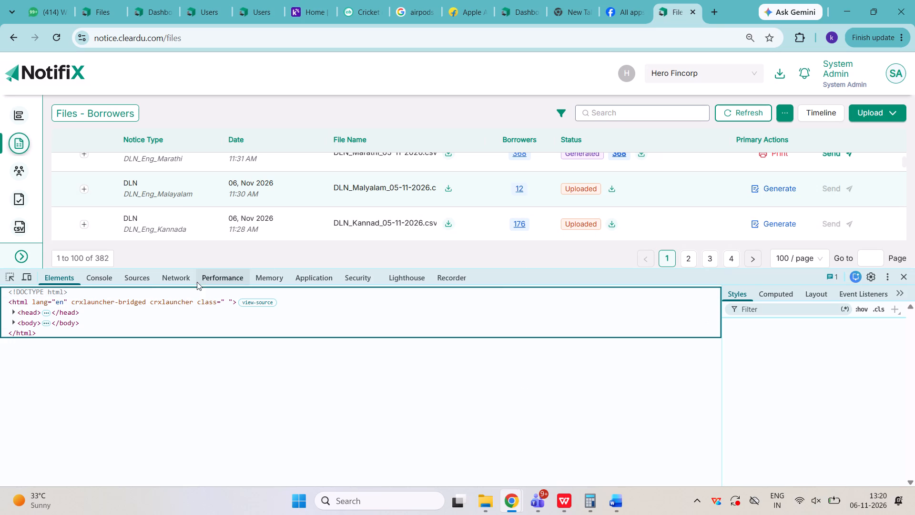
pyautogui.click(168, 275)
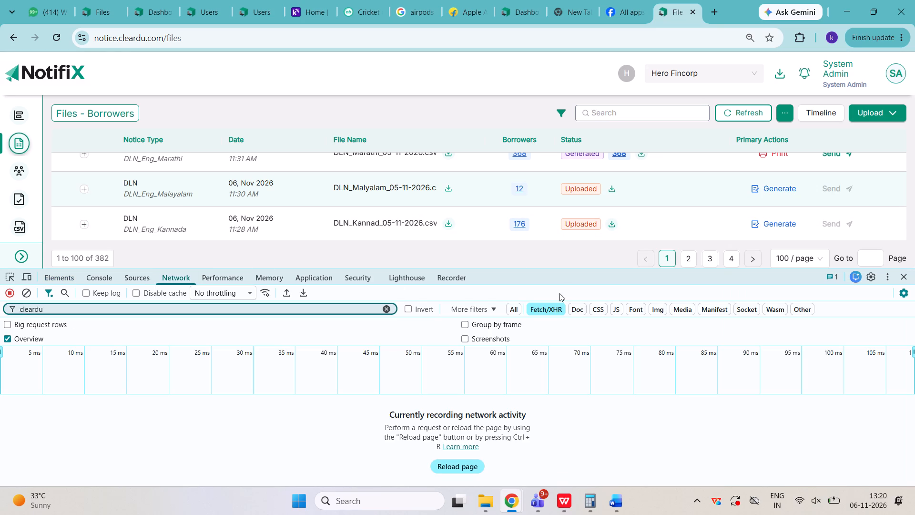
pyautogui.moveTo(562, 282); pyautogui.dragTo(564, 418)
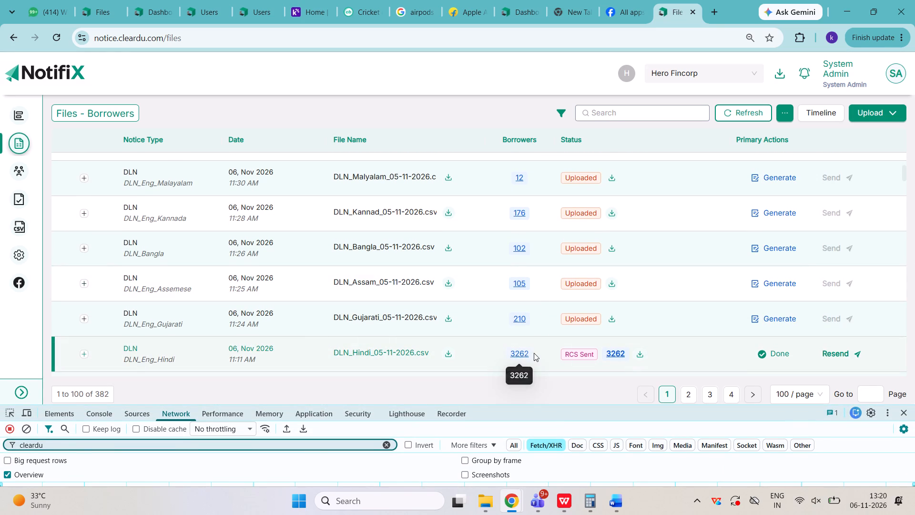
# Resend DLN_Hindi_05-11-2026.csv by WhatsApp to the Applicant Contact Number, using the soft_legal_notice template and offered WABA account, and enlarge the network log.
pyautogui.scroll(-2, 571, 334)
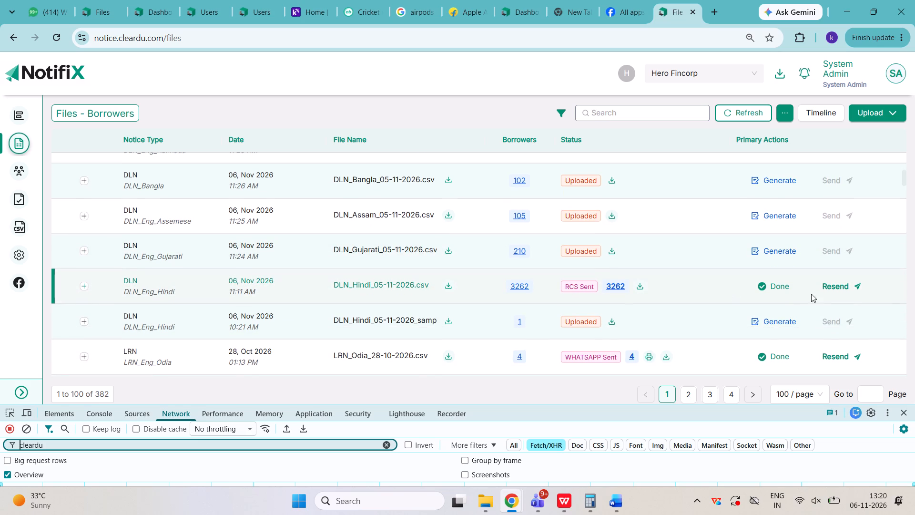
pyautogui.click(824, 286)
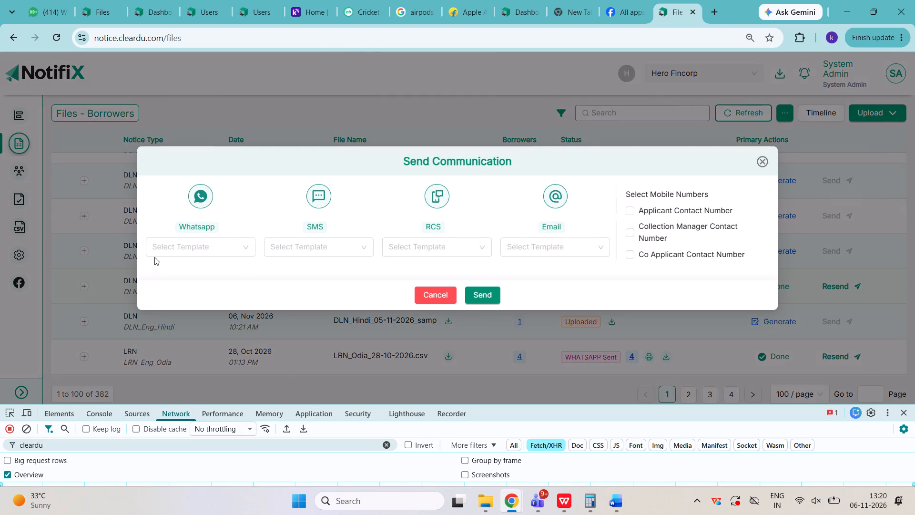
pyautogui.click(184, 247)
pyautogui.click(195, 265)
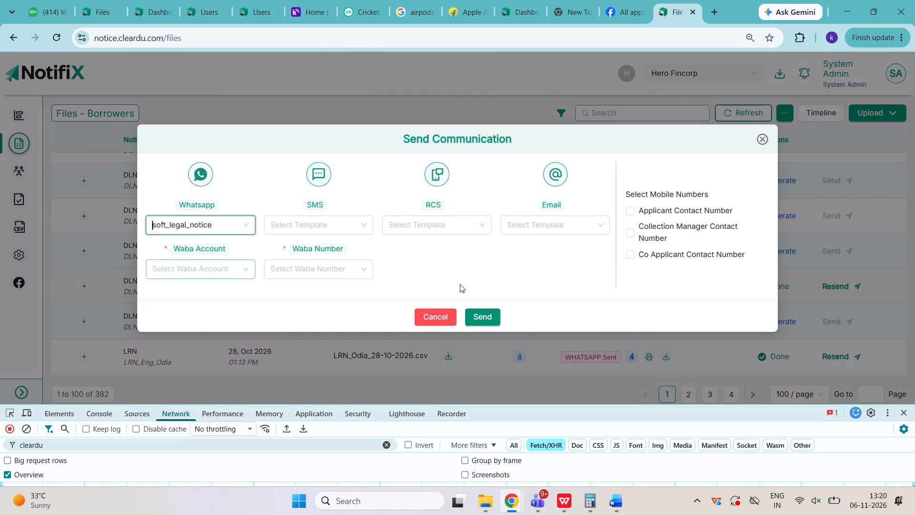
pyautogui.click(216, 278)
pyautogui.click(215, 291)
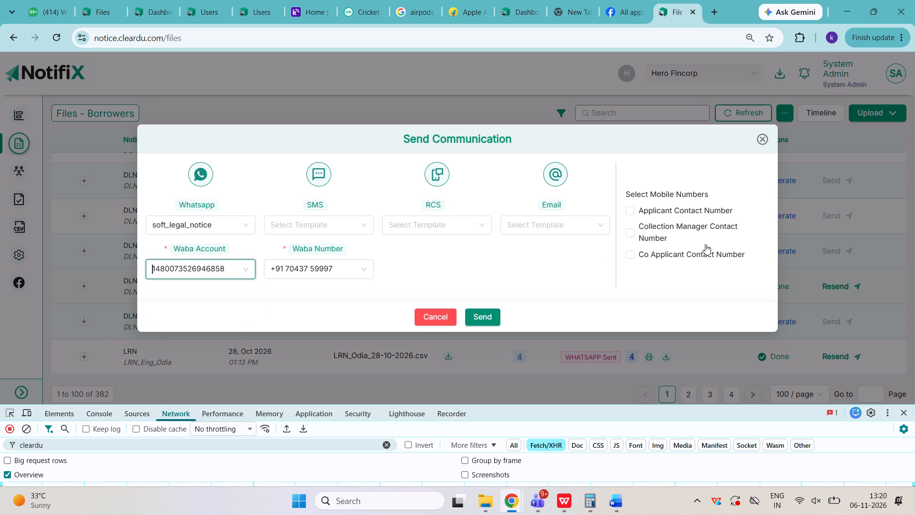
pyautogui.click(647, 207)
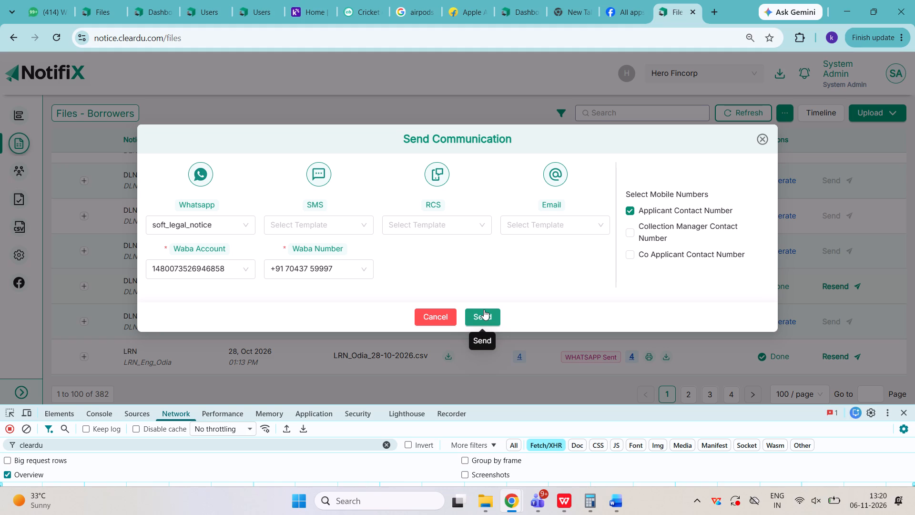
pyautogui.click(484, 309)
pyautogui.moveTo(502, 410); pyautogui.dragTo(515, 303)
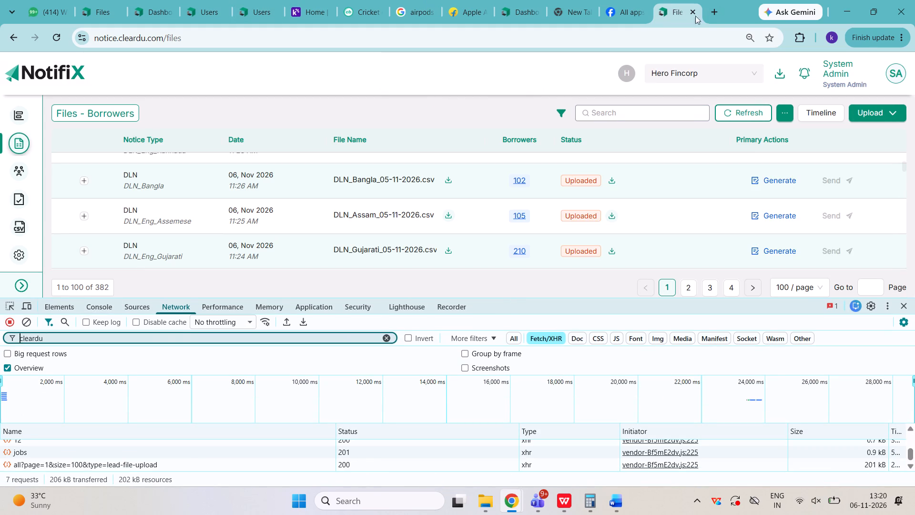
# Duplicate the Files browser tab, open the WhatsApp communication report in the copy, and reload it.
pyautogui.rightClick(662, 0)
pyautogui.click(698, 106)
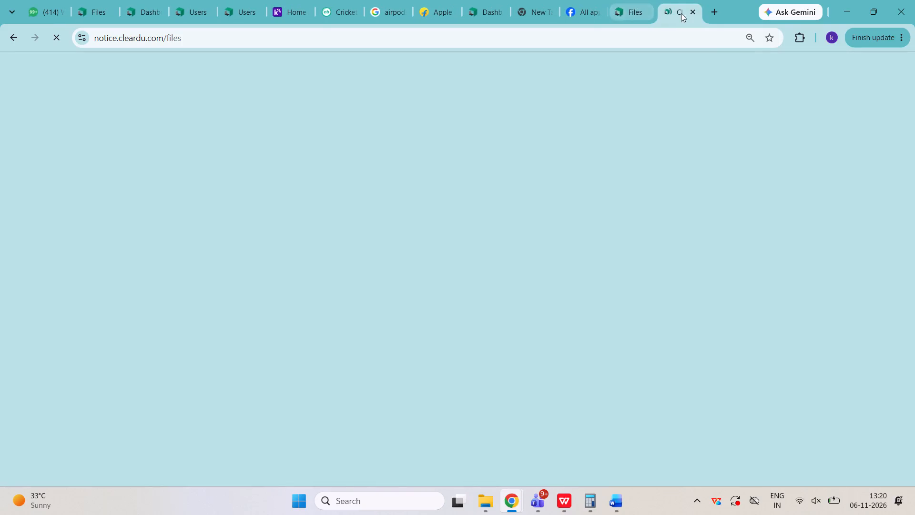
pyautogui.click(7, 231)
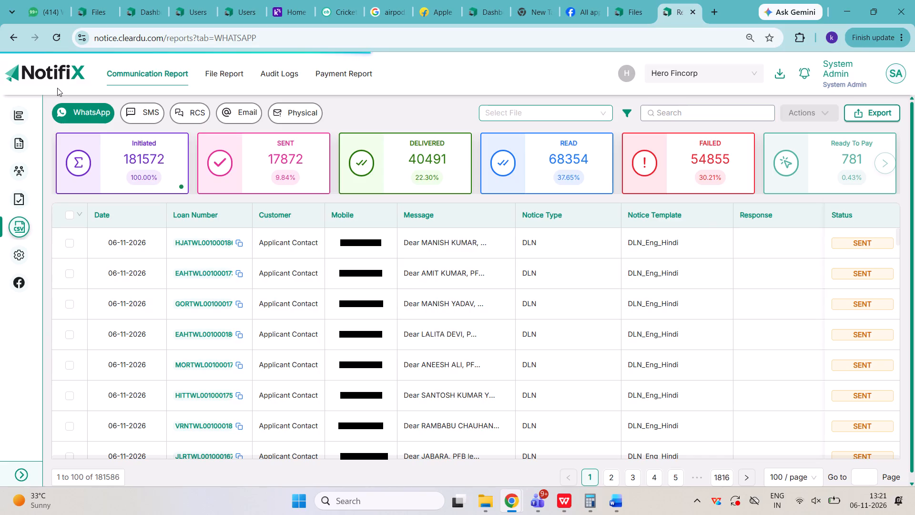
pyautogui.click(61, 41)
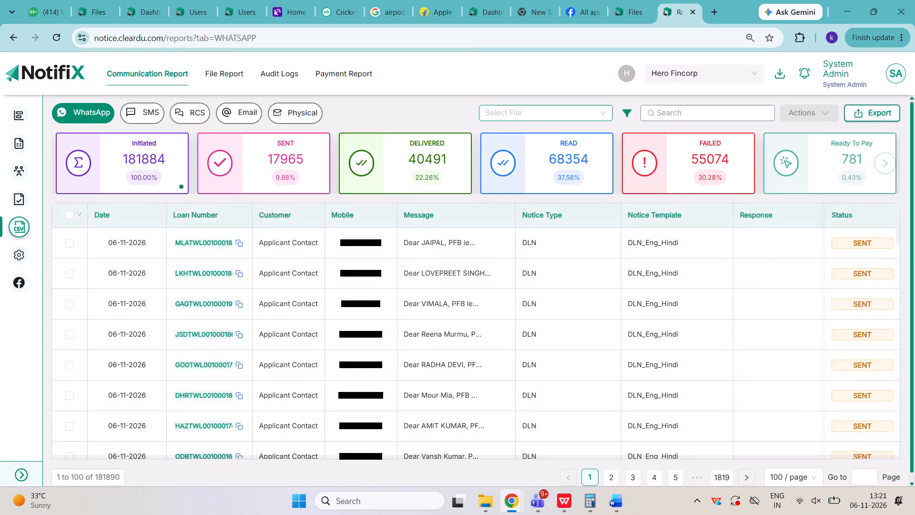
# Filter the WhatsApp communication report by the file DLN_Hindi_05-11-2026.csv.
pyautogui.click(553, 115)
pyautogui.press('Down')
pyautogui.press('Down')
pyautogui.press('Down')
pyautogui.press('Down')
pyautogui.press('Down')
pyautogui.press('Down')
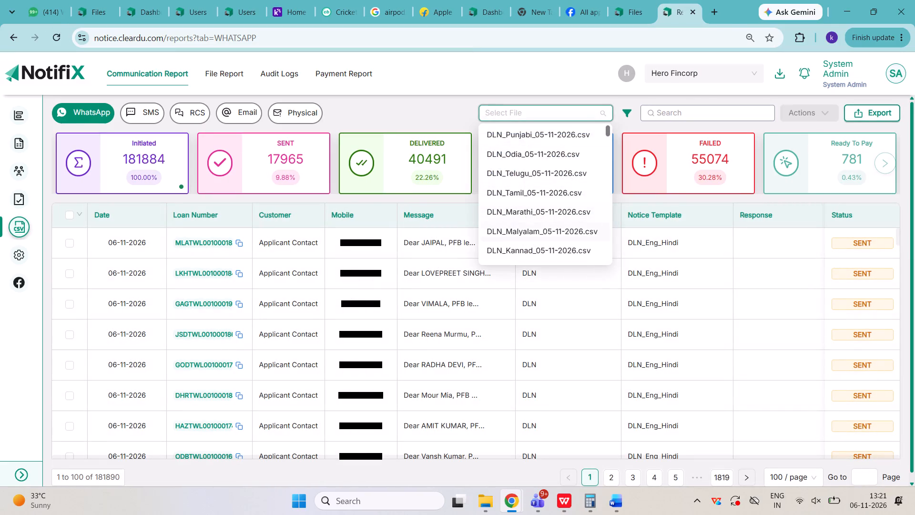
pyautogui.press('Down')
pyautogui.press('Down')
pyautogui.press('Down')
pyautogui.press('Down')
pyautogui.press('Down')
pyautogui.press('Up')
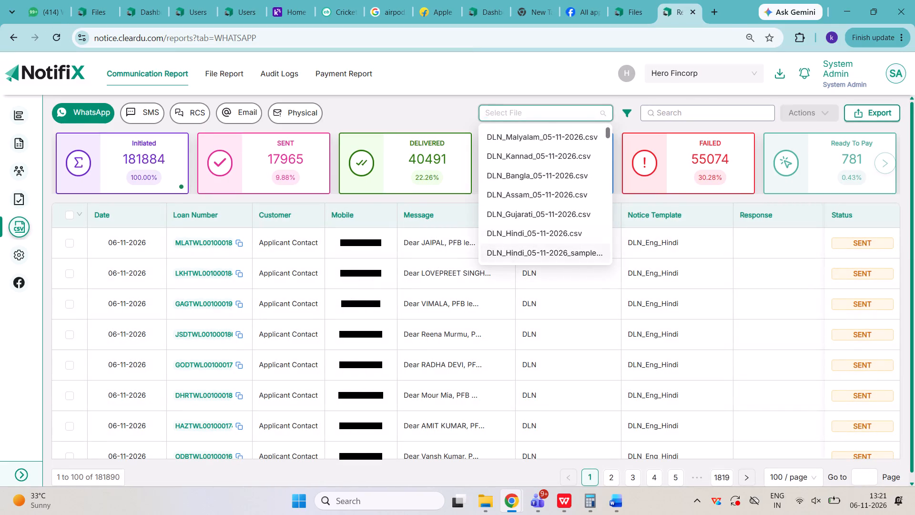
pyautogui.press('Return')
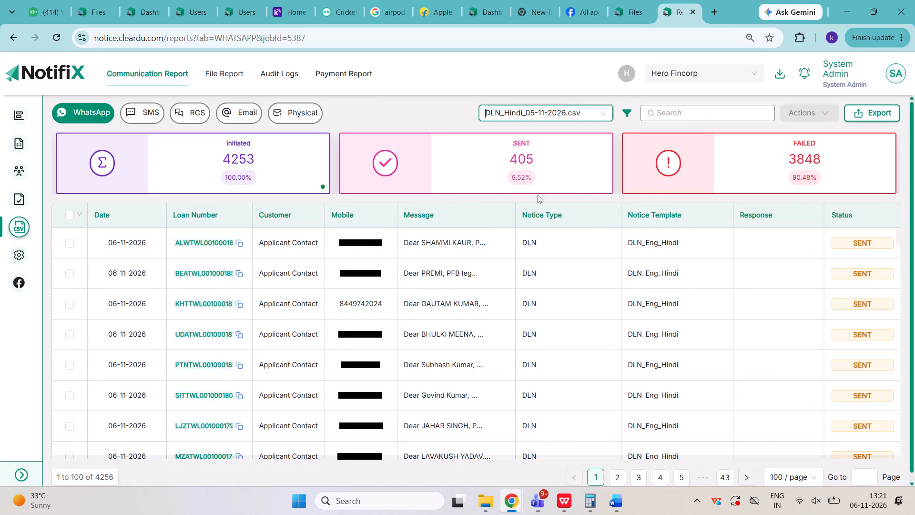
# Look through the WhatsApp records and delivery statuses for DLN_Hindi_05-11-2026.csv, and refresh the report.
pyautogui.scroll(-4, 533, 251)
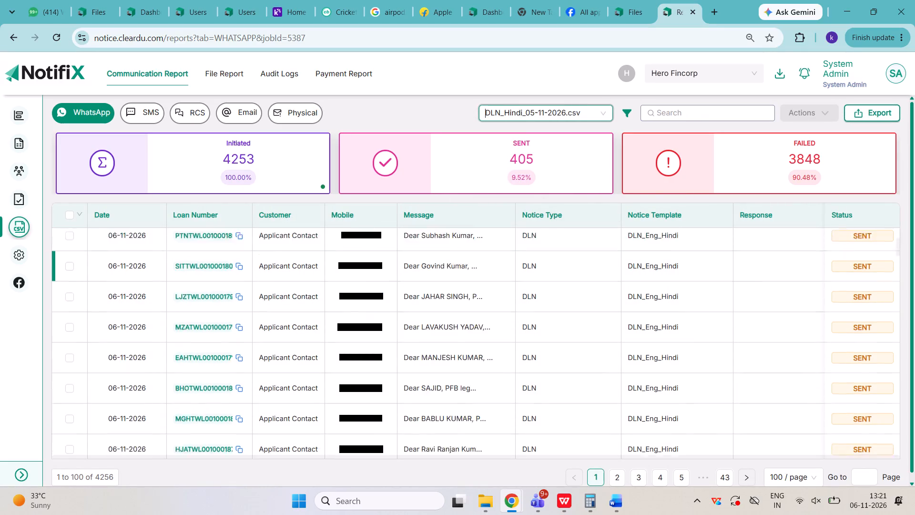
pyautogui.scroll(-18, 533, 251)
pyautogui.scroll(11, 533, 251)
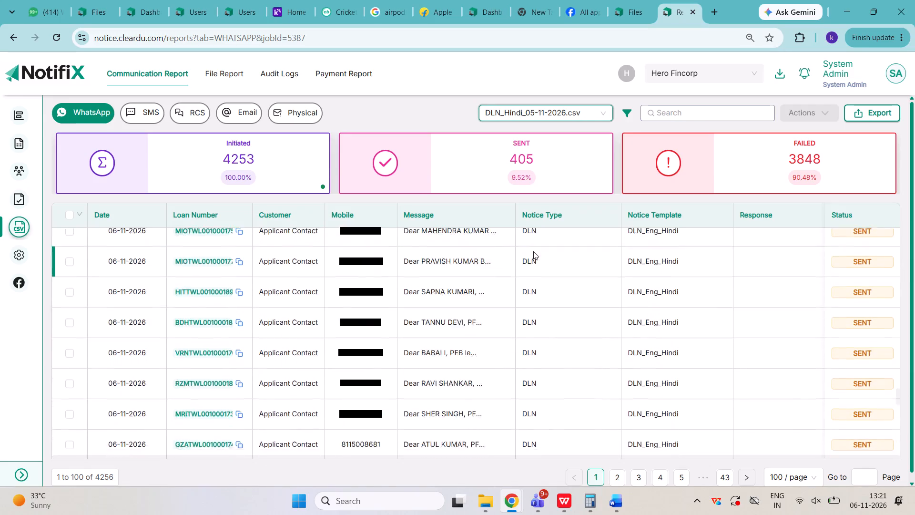
pyautogui.scroll(20, 533, 251)
pyautogui.scroll(9, 533, 251)
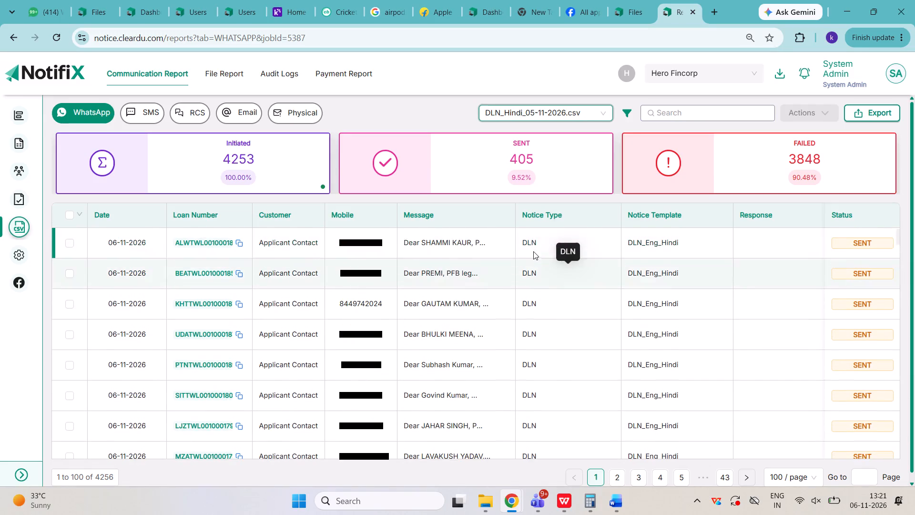
pyautogui.scroll(3, 533, 251)
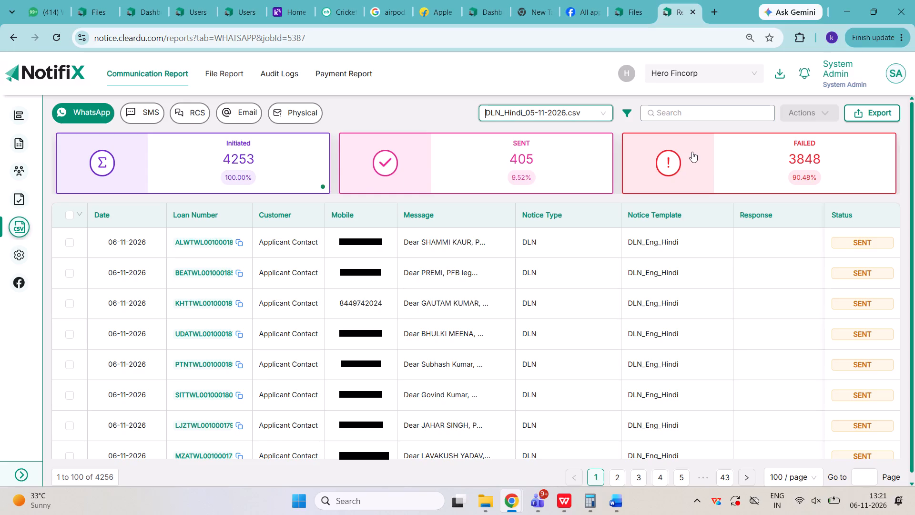
pyautogui.click(58, 46)
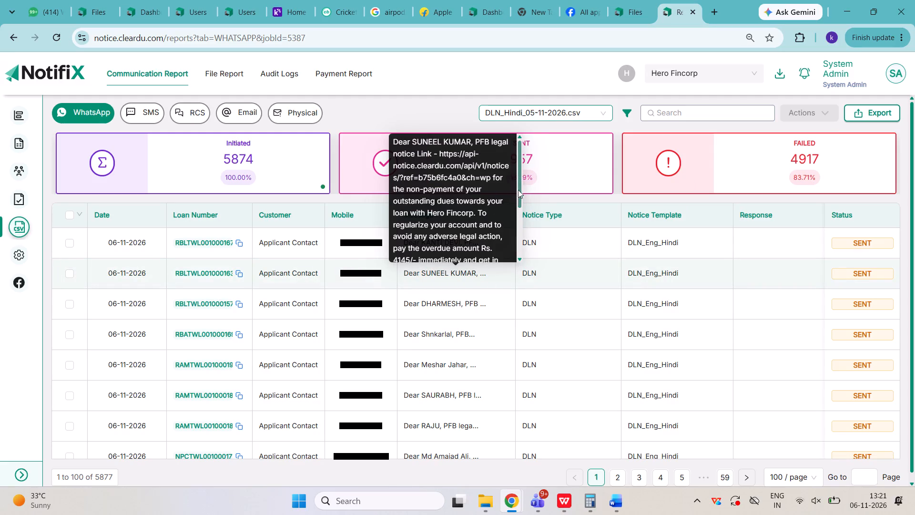
# Read the full WhatsApp message text of the second record in the filtered report.
pyautogui.moveTo(521, 190); pyautogui.dragTo(521, 234)
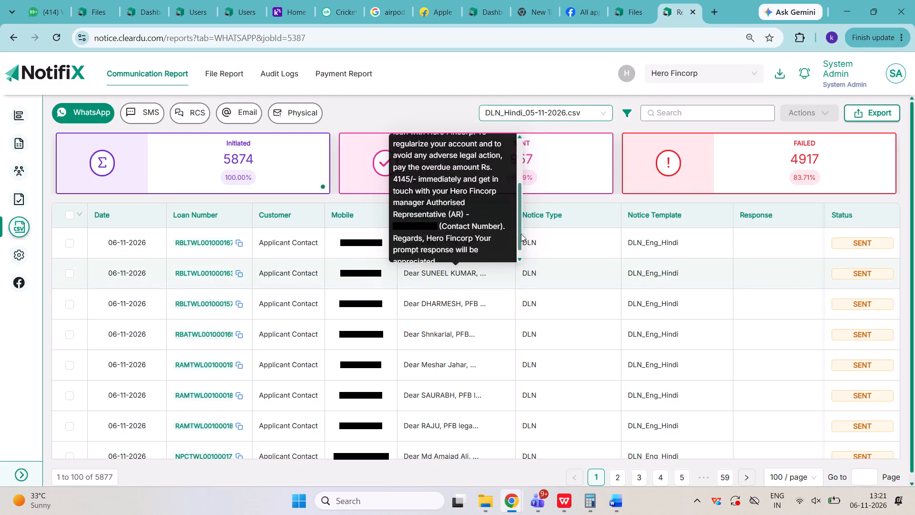
pyautogui.moveTo(521, 234); pyautogui.dragTo(521, 167)
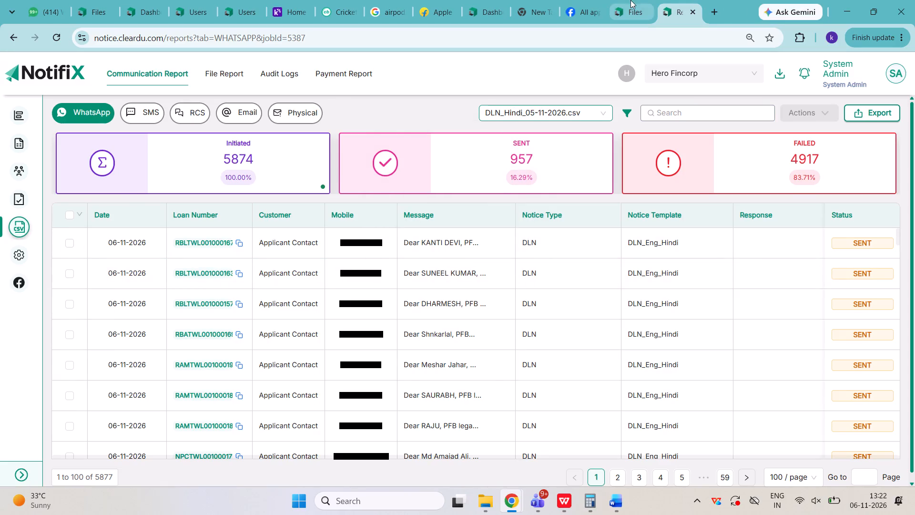
# Return to the original Files browser tab and shrink the developer tools pane to reveal the DLN_Hindi_05-11-2026.csv row.
pyautogui.rightClick(675, 10)
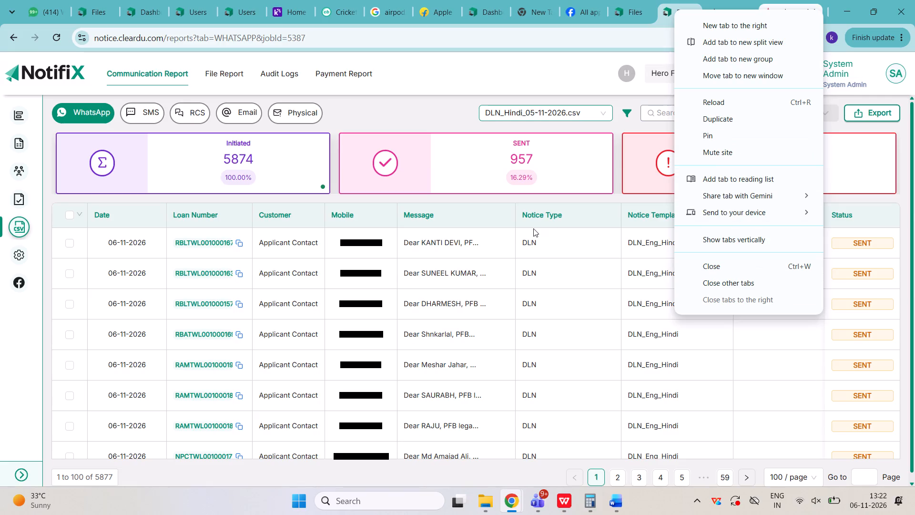
pyautogui.click(441, 124)
pyautogui.click(630, 0)
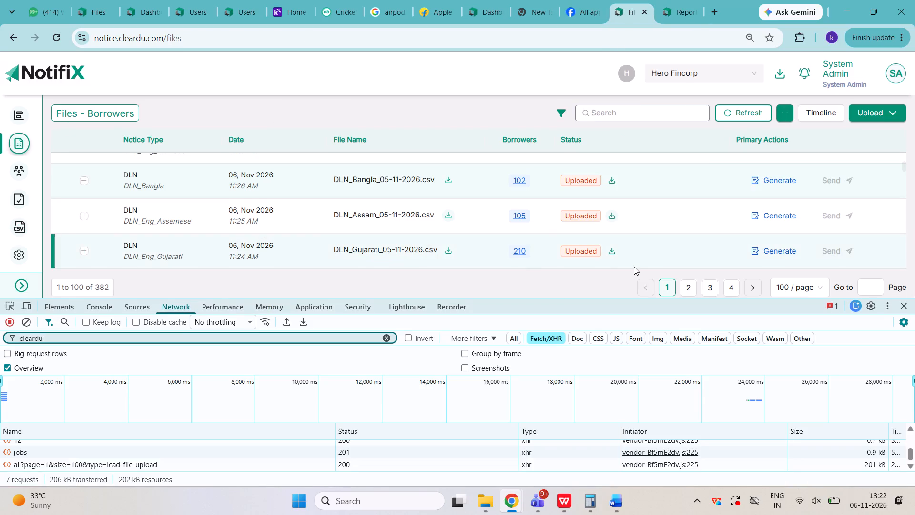
pyautogui.moveTo(735, 311); pyautogui.dragTo(732, 505)
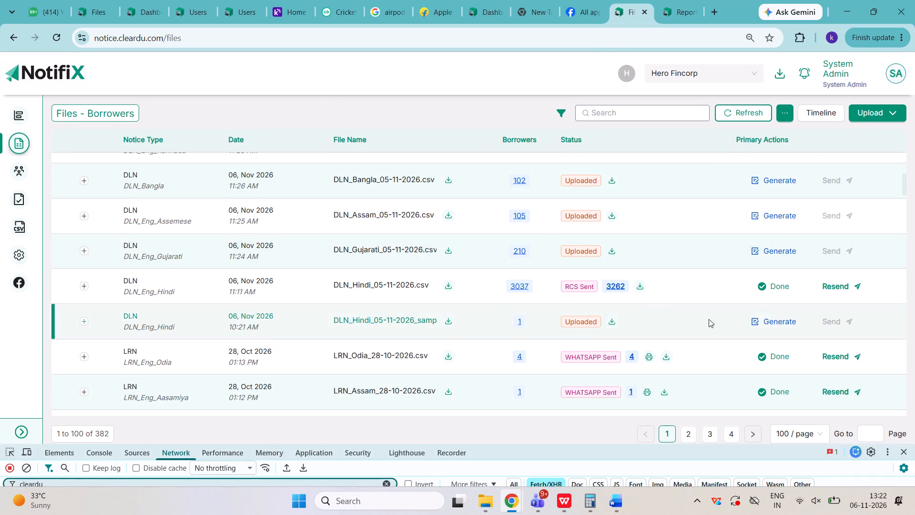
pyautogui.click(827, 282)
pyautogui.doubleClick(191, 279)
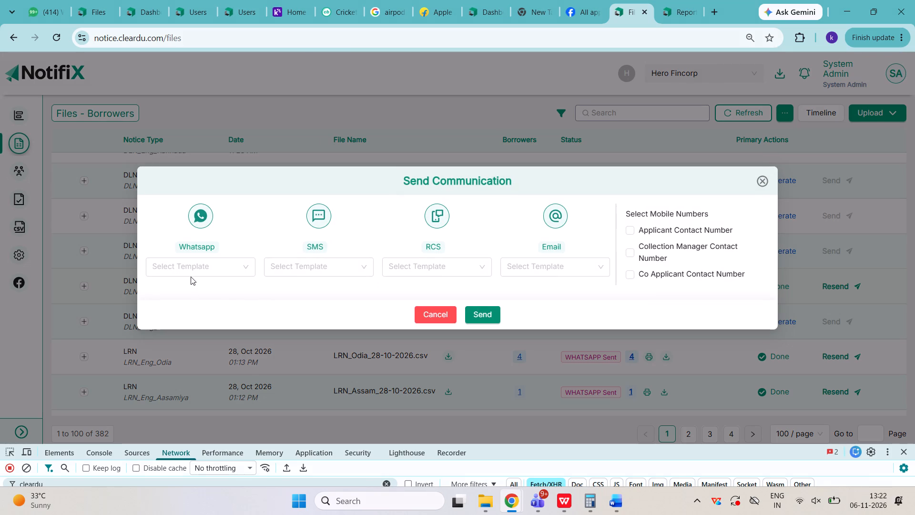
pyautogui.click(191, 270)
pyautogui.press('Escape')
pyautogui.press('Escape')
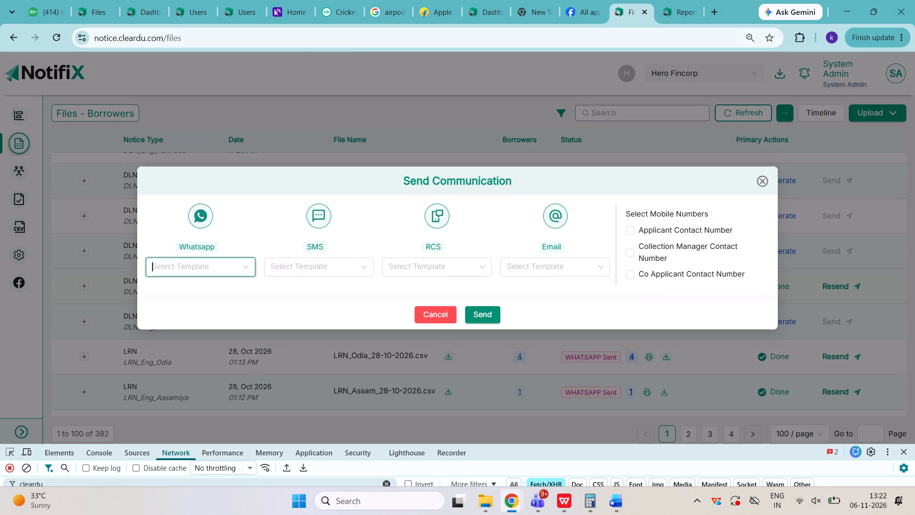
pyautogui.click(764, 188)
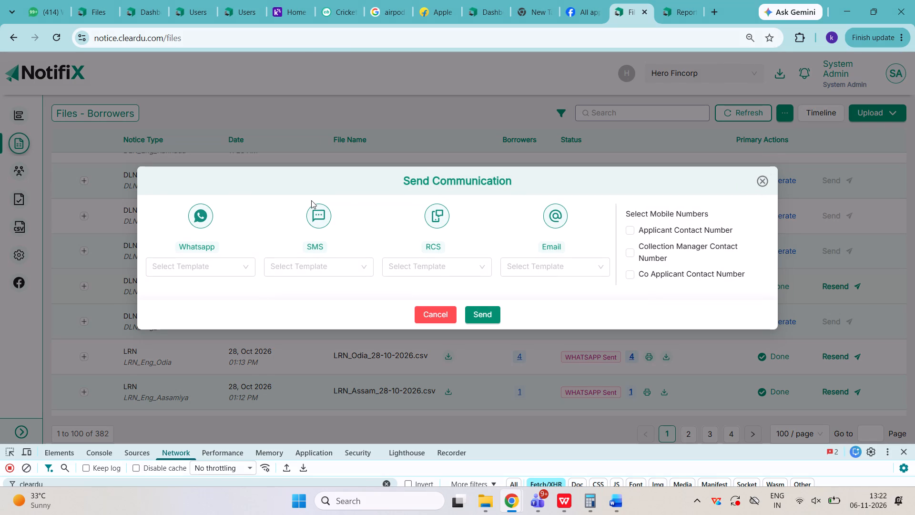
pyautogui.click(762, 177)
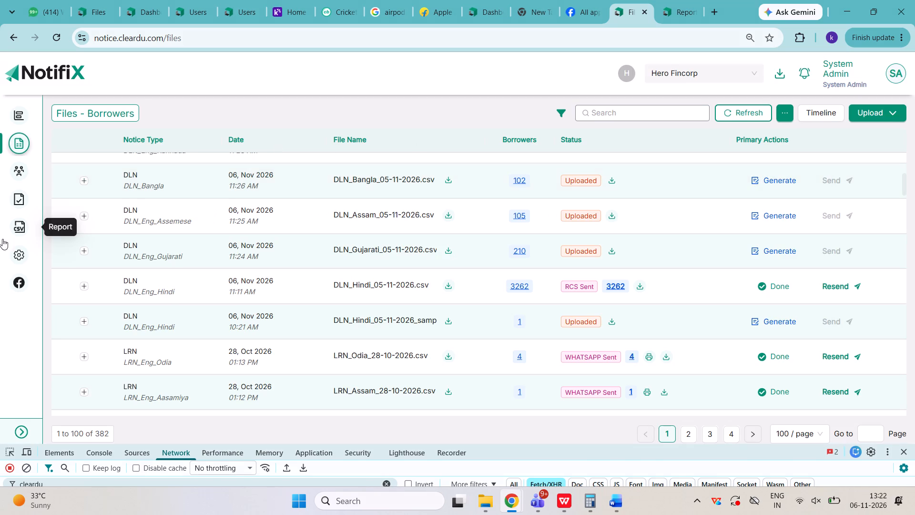
# Open the setup page for Hero Fincorp.
pyautogui.click(12, 257)
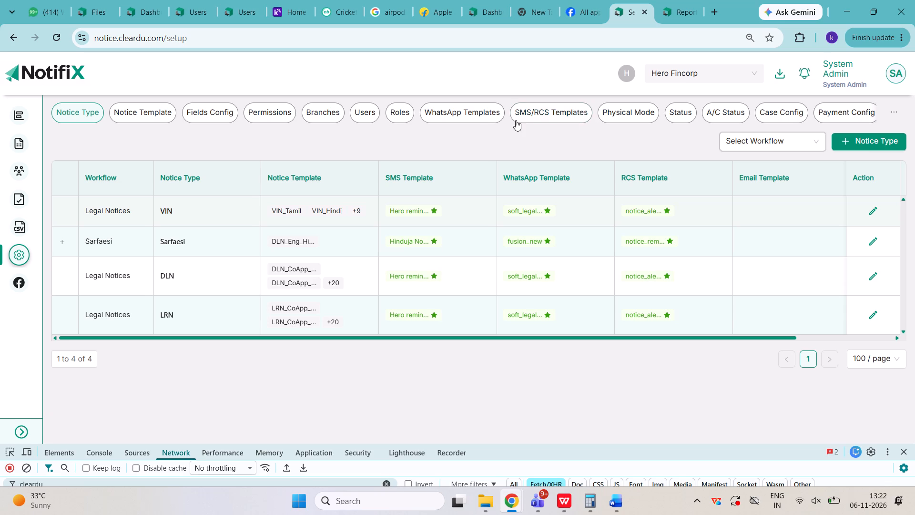
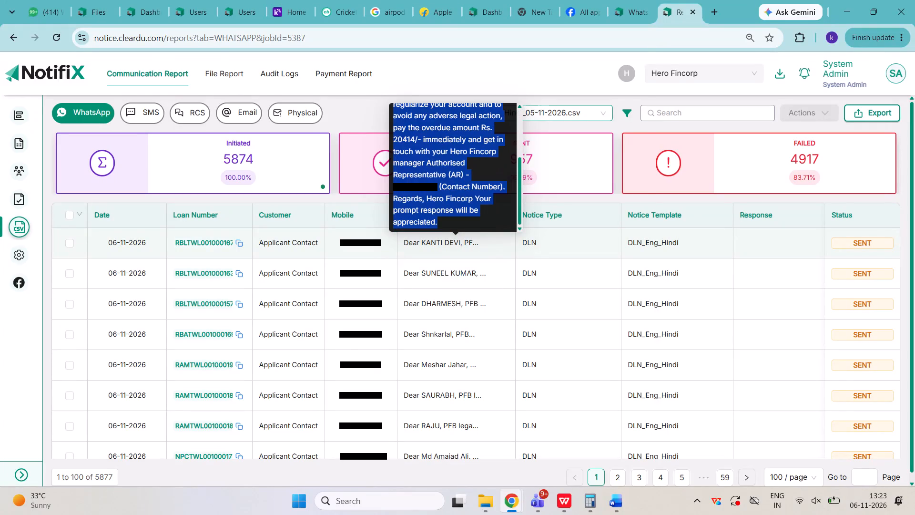
# Open Notepad and paste the copied WhatsApp notice message from the first report row into a new blank note.
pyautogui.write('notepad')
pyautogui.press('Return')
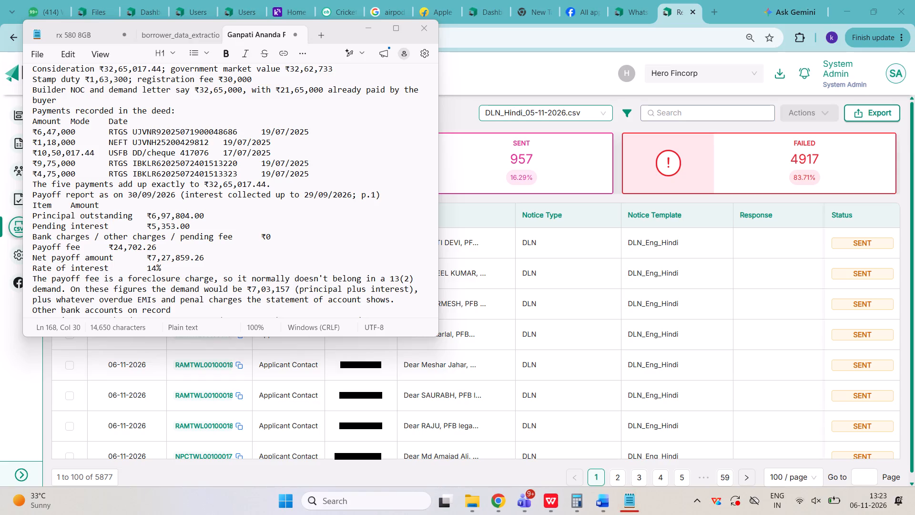
pyautogui.click(318, 35)
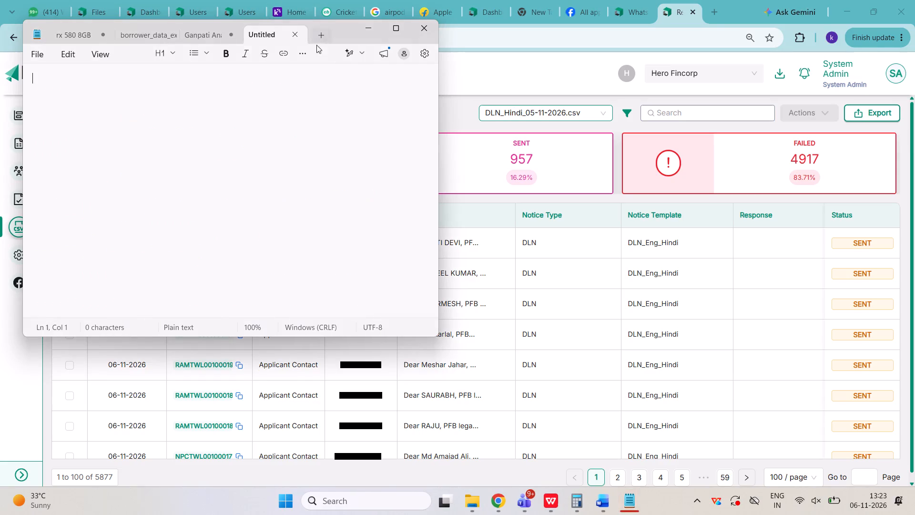
pyautogui.hotkey('ctrl', 'v')
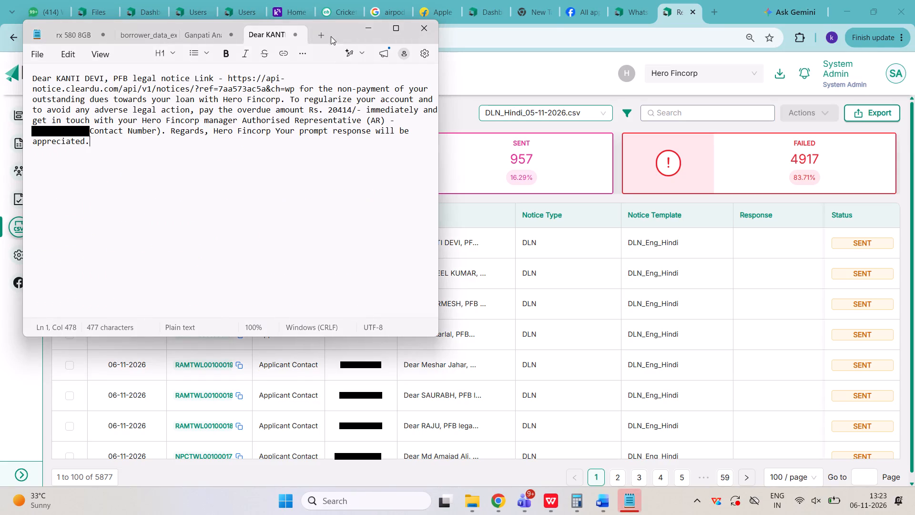